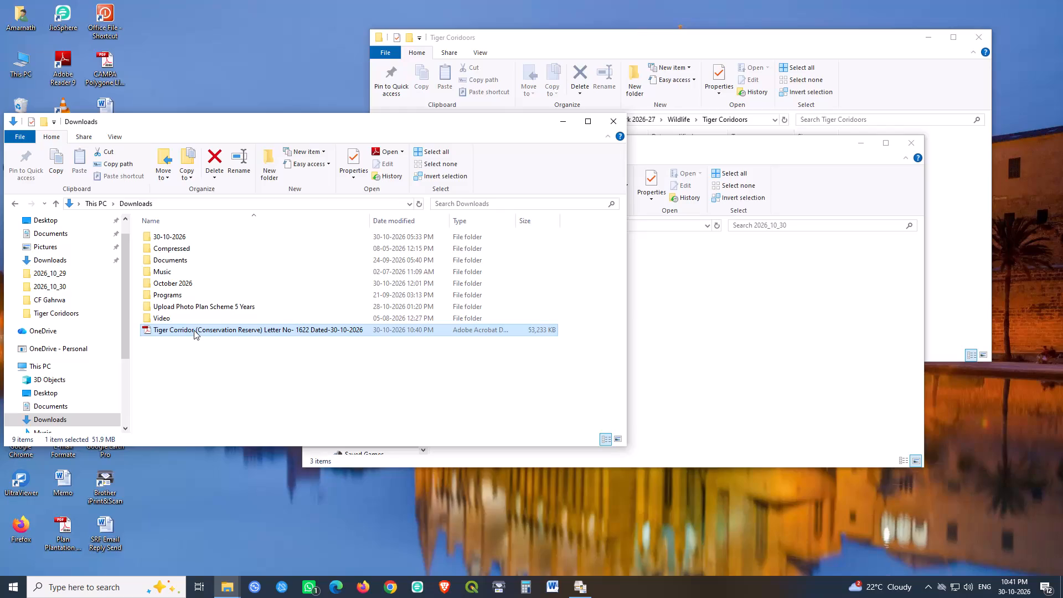
Move the Tiger Corridor (Conservation Reserve) Letter No- 1622 PDF from Downloads into the 2026_10_30 folder under Pictures.
{"action": "key", "text": "ctrl+x"}
{"action": "left_click", "coordinate": [756, 351]}
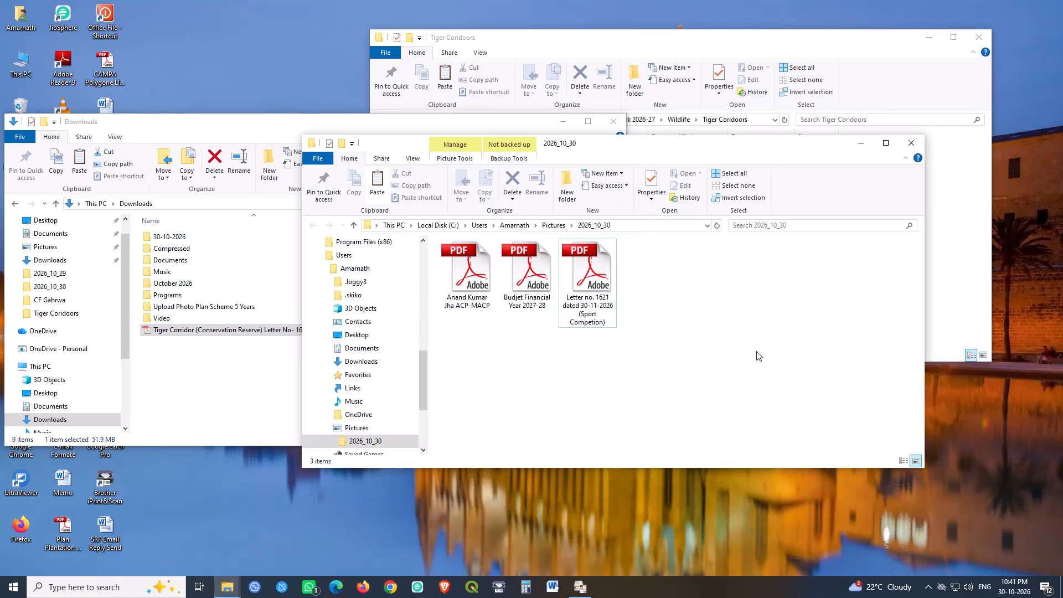
{"action": "key", "text": "ctrl+v"}
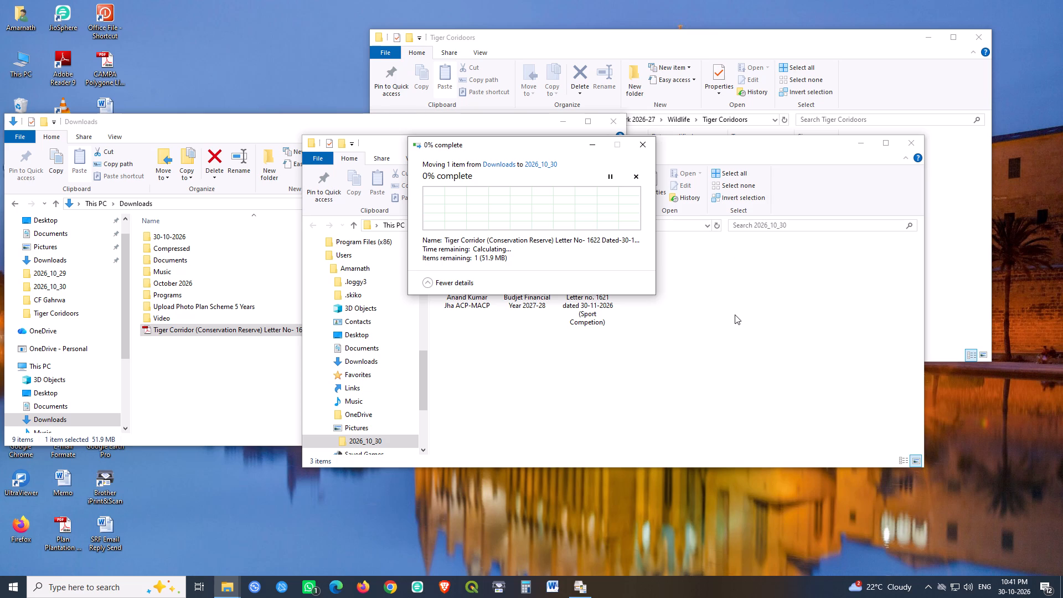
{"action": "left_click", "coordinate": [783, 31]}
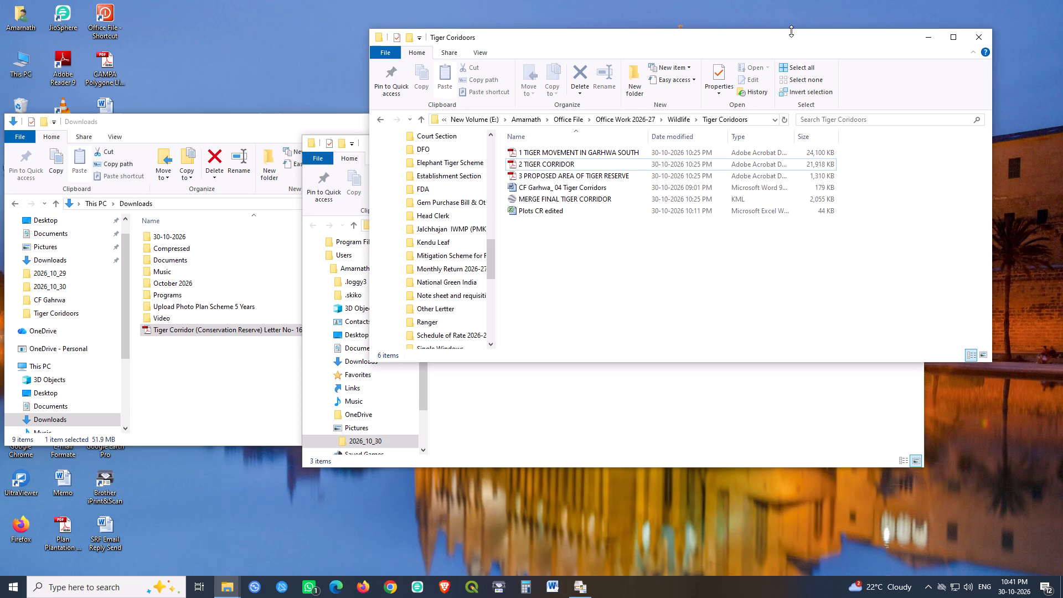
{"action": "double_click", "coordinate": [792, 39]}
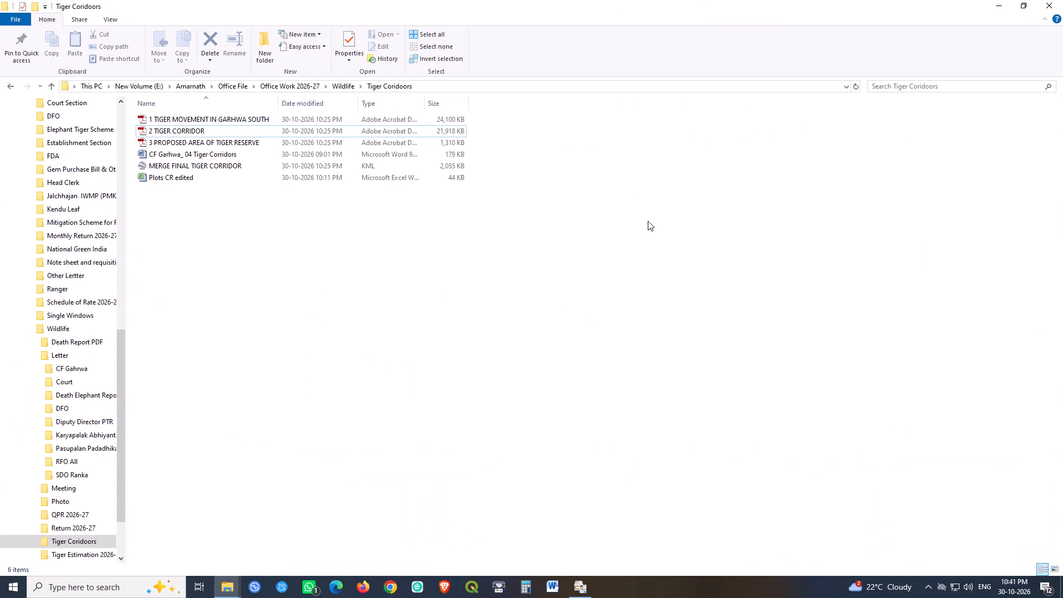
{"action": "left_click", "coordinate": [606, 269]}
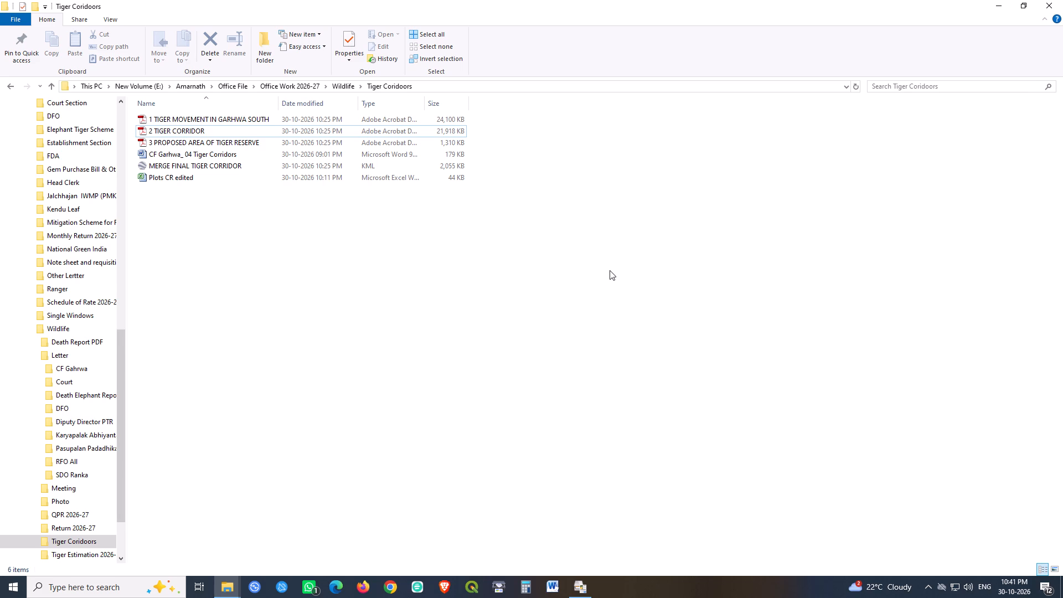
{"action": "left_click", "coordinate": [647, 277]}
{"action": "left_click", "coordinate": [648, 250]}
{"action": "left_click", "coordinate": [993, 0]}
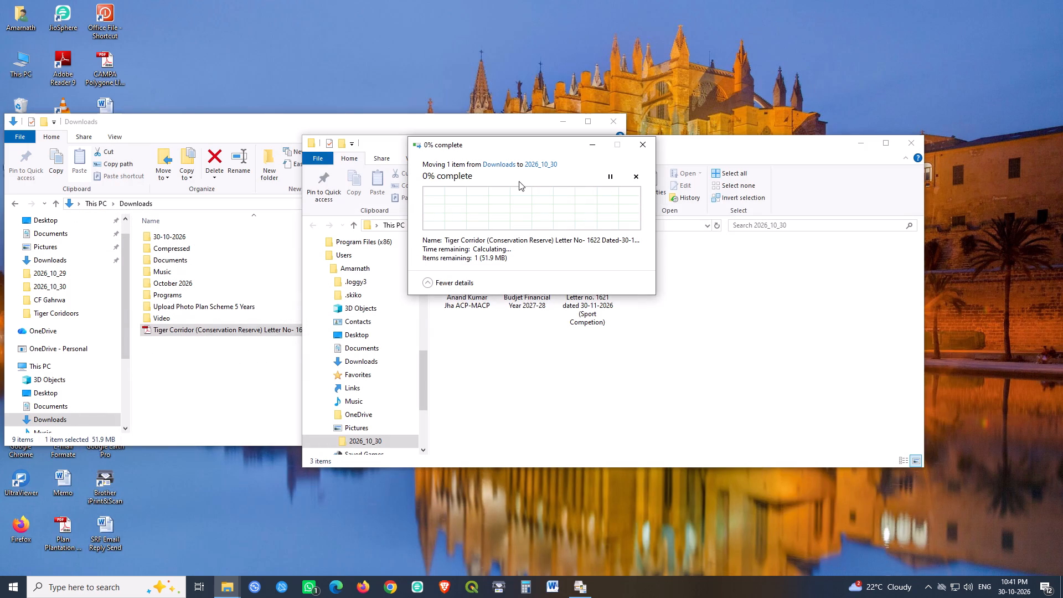
Shift the 2026_10_30 folder window aside and bring the file-move progress dialog to the front.
{"action": "left_click", "coordinate": [744, 138]}
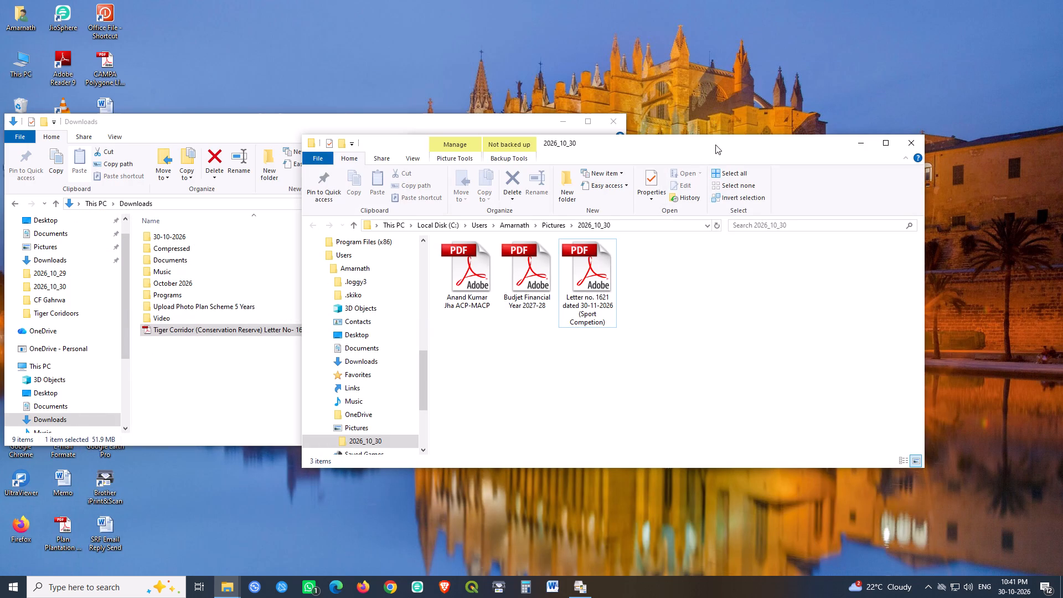
{"action": "left_click_drag", "start_coordinate": [652, 153], "coordinate": [714, 174]}
{"action": "left_click", "coordinate": [699, 135]}
{"action": "left_click_drag", "start_coordinate": [684, 141], "coordinate": [821, 136]}
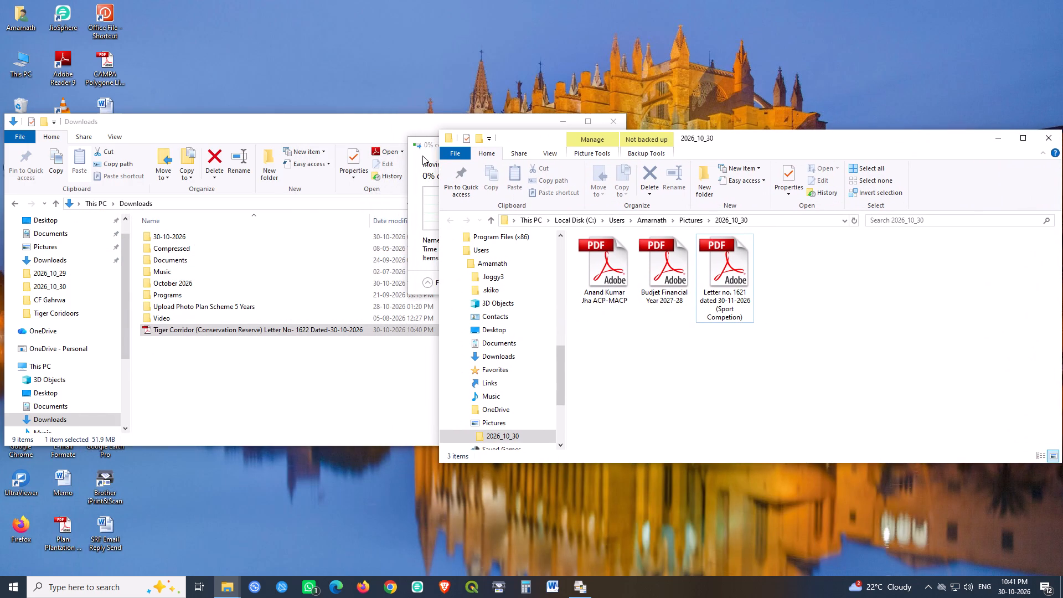
{"action": "left_click", "coordinate": [422, 156]}
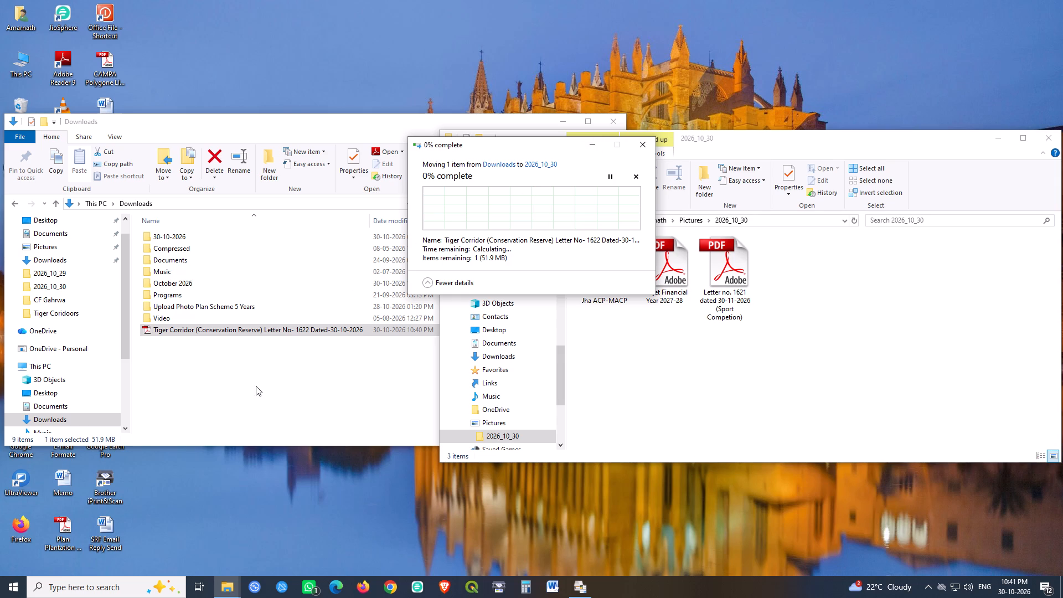
Restore the Tiger Coridoors window and rearrange it with the Downloads window so the 2026_10_30 folder's files are uncovered.
{"action": "left_click", "coordinate": [222, 588]}
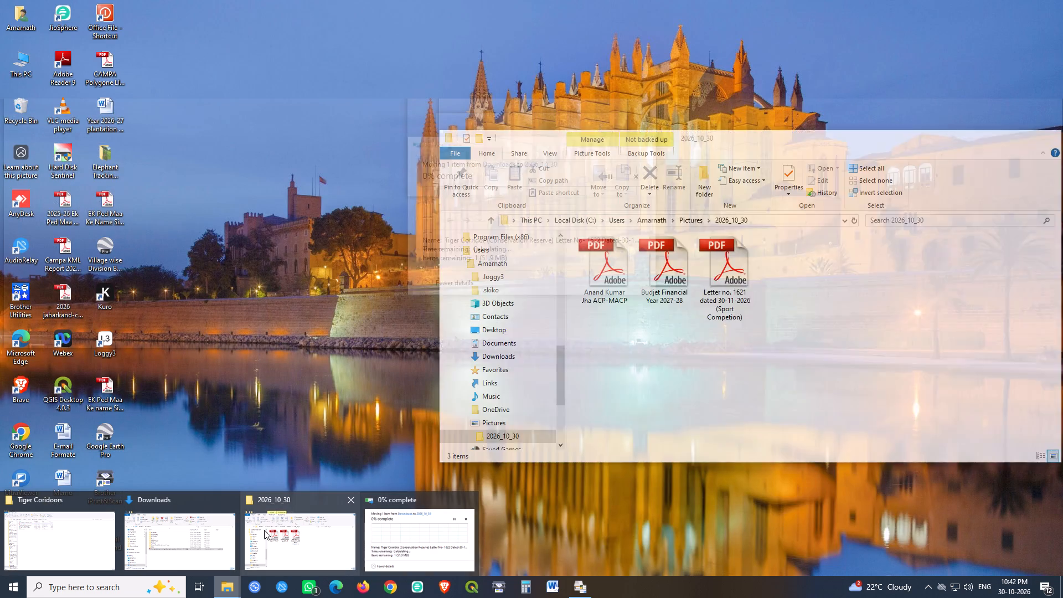
{"action": "left_click", "coordinate": [189, 538]}
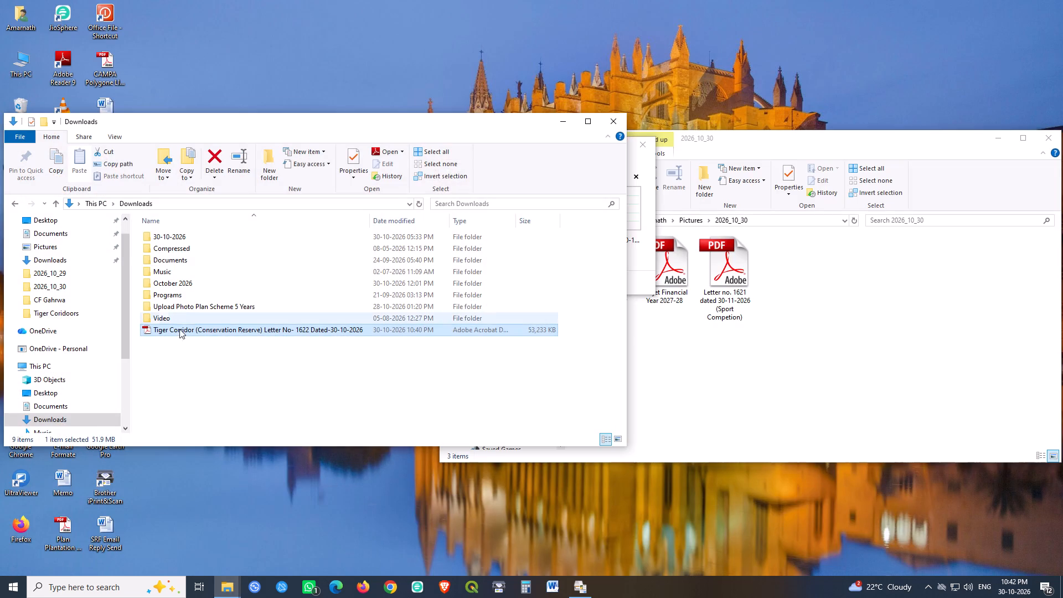
{"action": "left_click_drag", "start_coordinate": [306, 123], "coordinate": [501, 58]}
{"action": "left_click", "coordinate": [234, 584]}
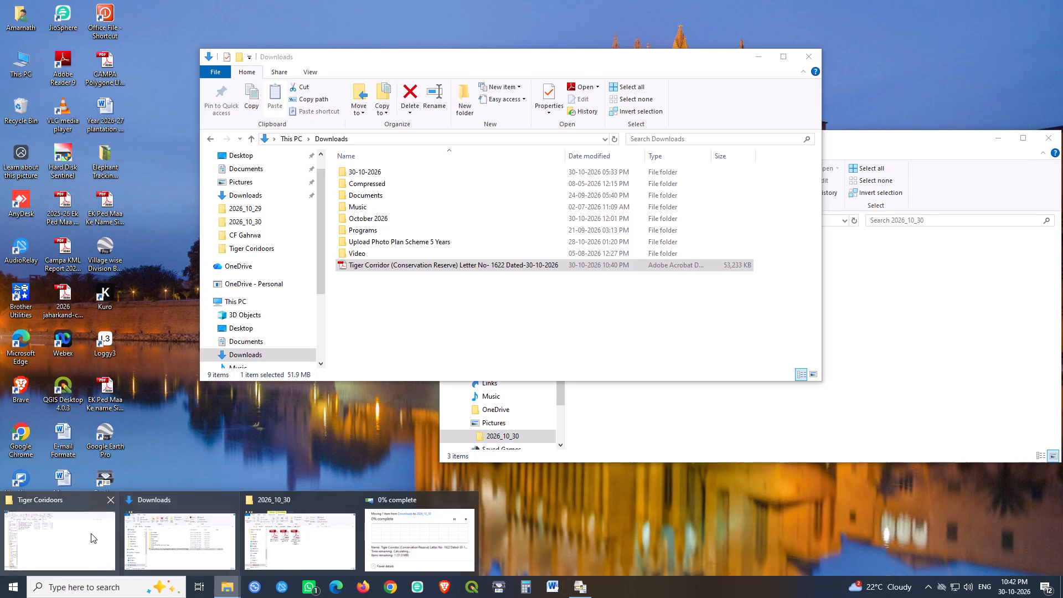
{"action": "left_click", "coordinate": [91, 533]}
{"action": "double_click", "coordinate": [427, 0]}
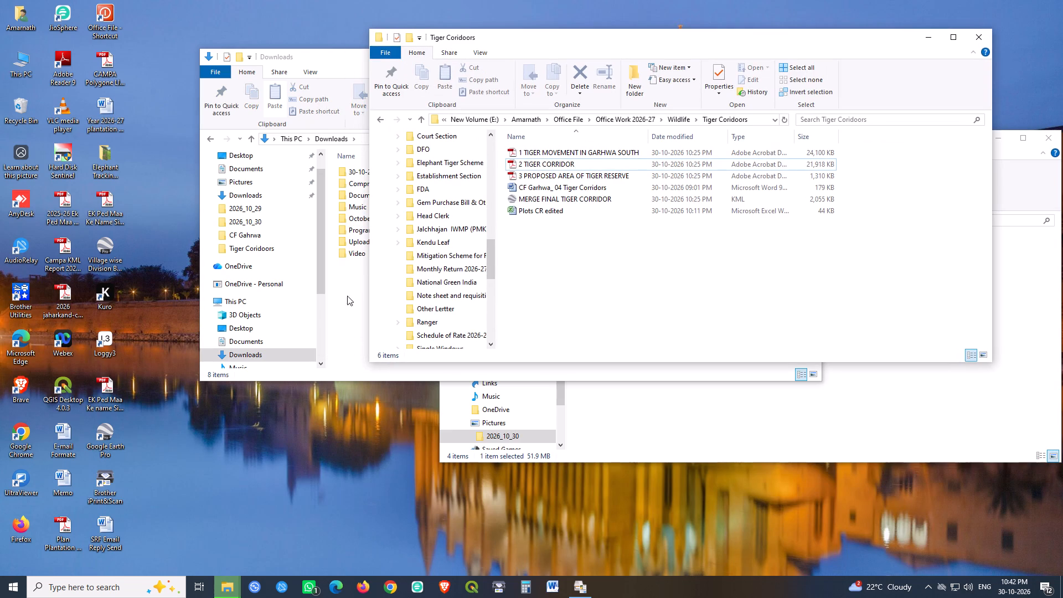
{"action": "left_click_drag", "start_coordinate": [564, 43], "coordinate": [326, 245]}
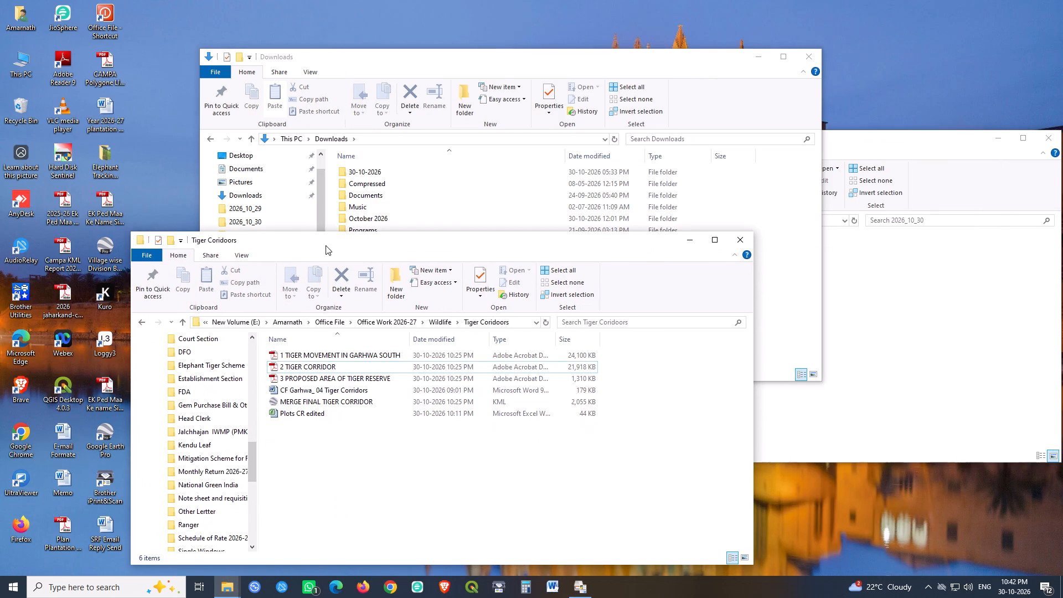
{"action": "left_click_drag", "start_coordinate": [528, 60], "coordinate": [376, 1]}
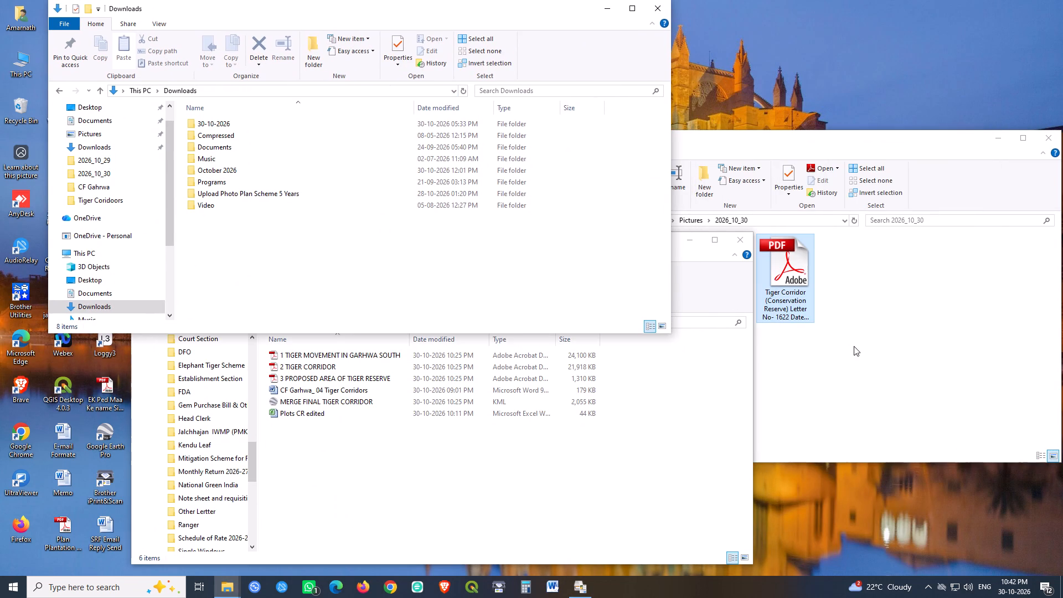
Copy the Tiger Corridor Letter No- 1622 PDF from 2026_10_30 into the Tiger Coridoors folder, then maximize that folder's window.
{"action": "left_click", "coordinate": [854, 346]}
{"action": "left_click_drag", "start_coordinate": [794, 287], "coordinate": [547, 510], "text": "ctrl"}
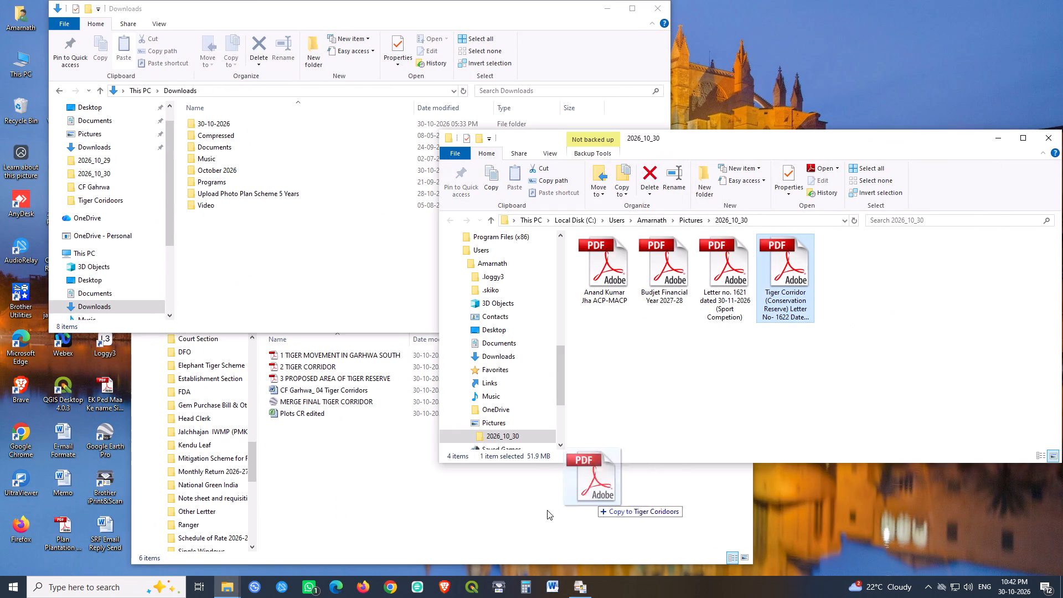
{"action": "left_click_drag", "start_coordinate": [547, 510], "coordinate": [332, 527], "text": "ctrl"}
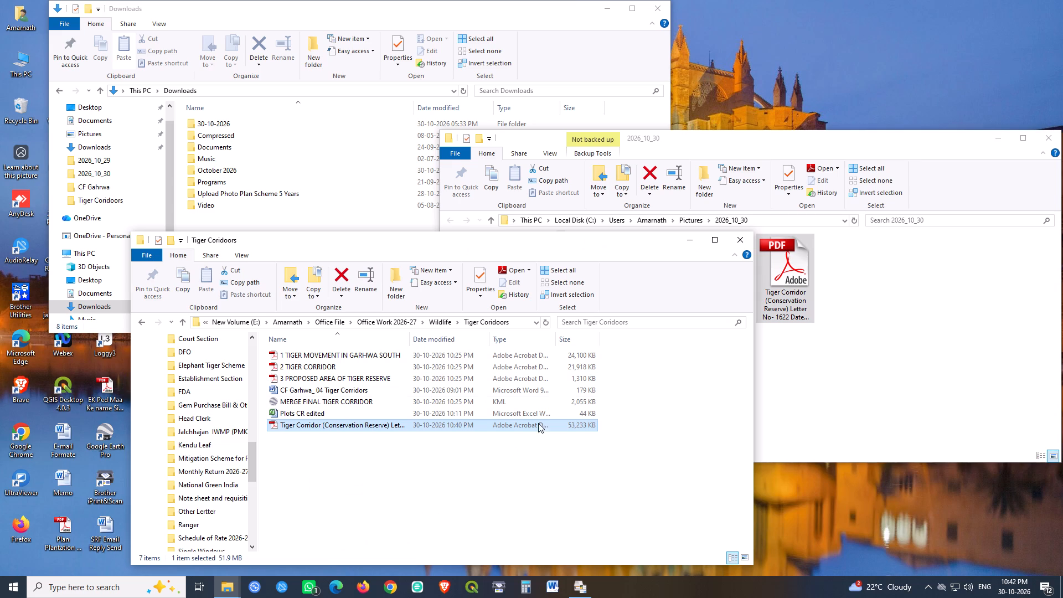
{"action": "left_click", "coordinate": [714, 241]}
{"action": "left_click", "coordinate": [461, 306]}
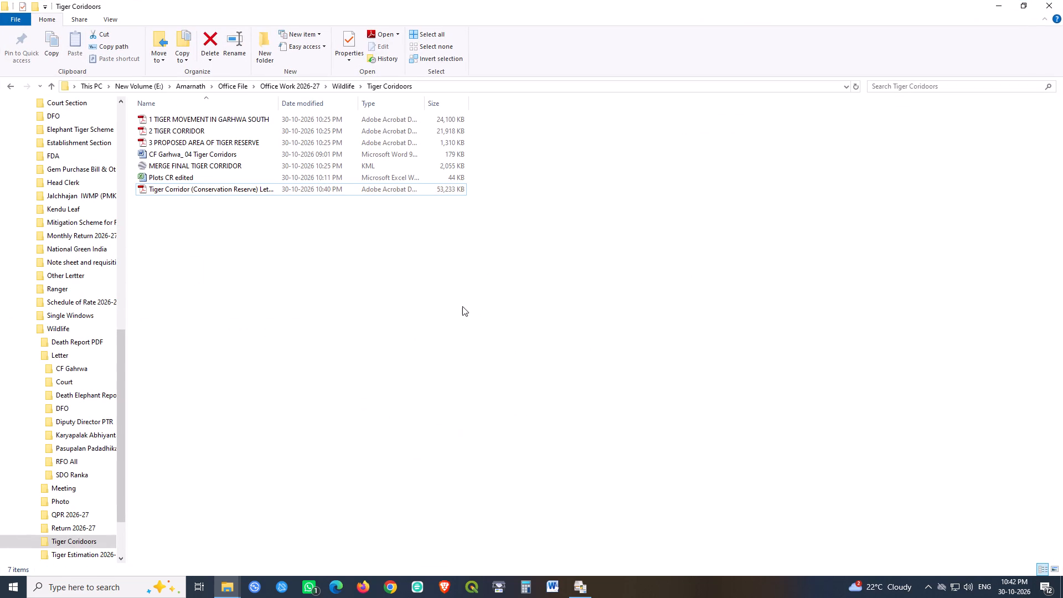
{"action": "left_click", "coordinate": [547, 283]}
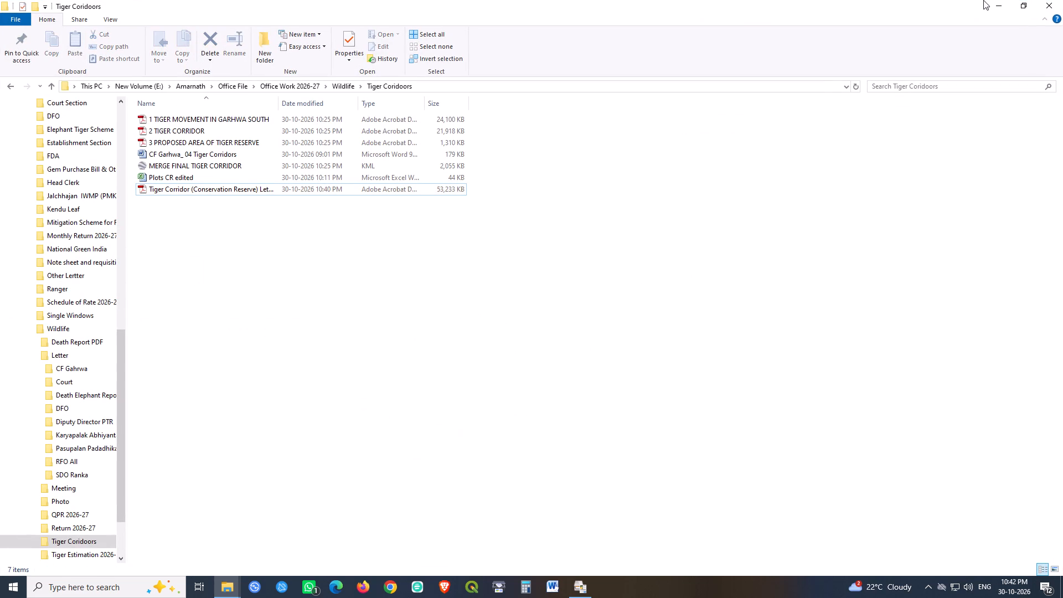
Clear the desktop by minimizing the Tiger Coridoors window and closing the 2026_10_30, Downloads and Canon IJ Scan Utility windows.
{"action": "left_click", "coordinate": [989, 2]}
{"action": "left_click", "coordinate": [1015, 138]}
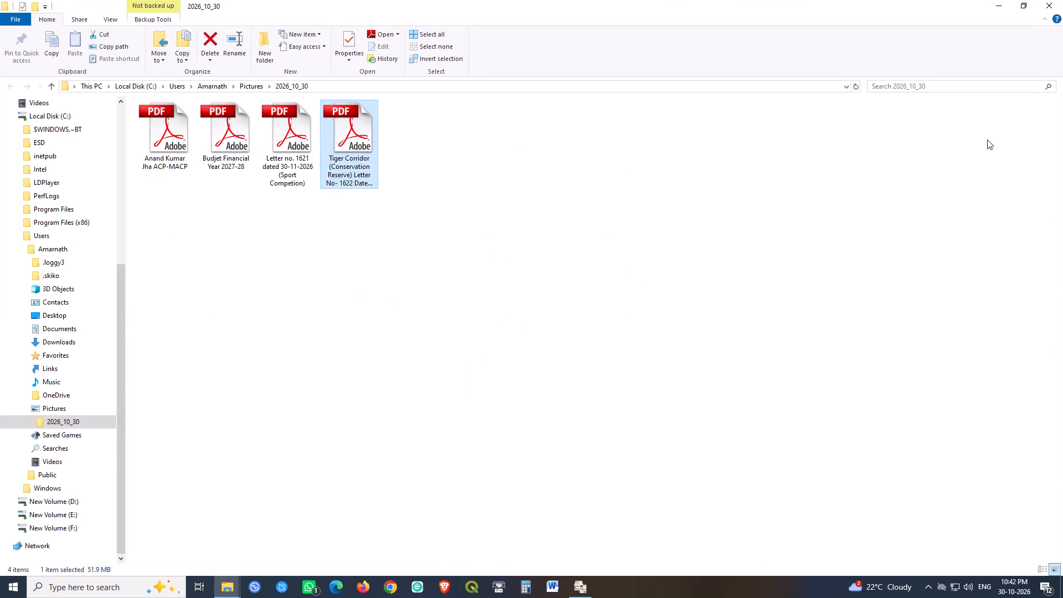
{"action": "left_click", "coordinate": [656, 275]}
{"action": "left_click", "coordinate": [1047, 0]}
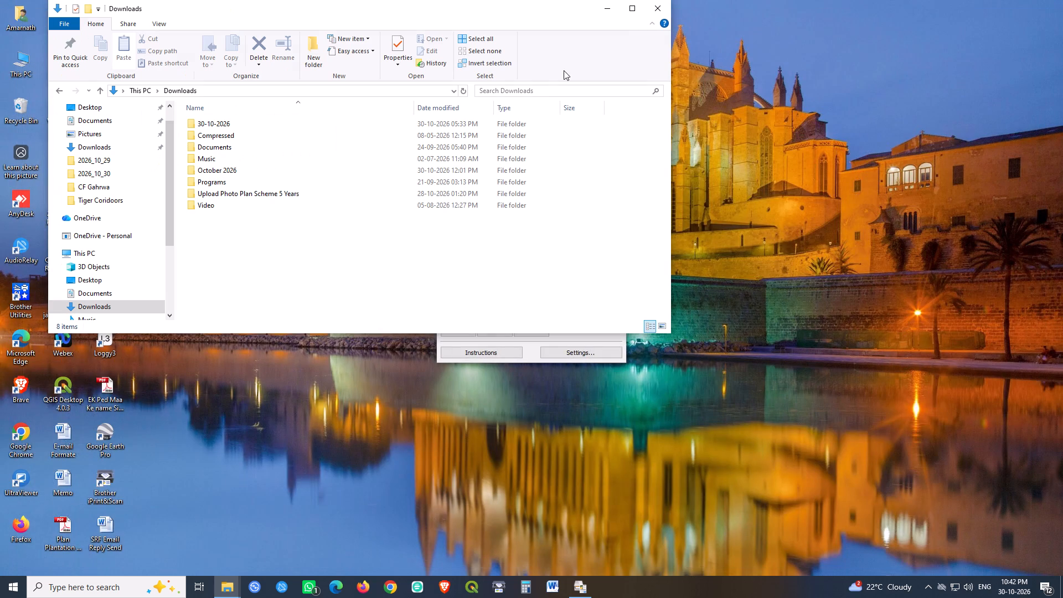
{"action": "left_click", "coordinate": [660, 12]}
{"action": "left_click", "coordinate": [614, 220]}
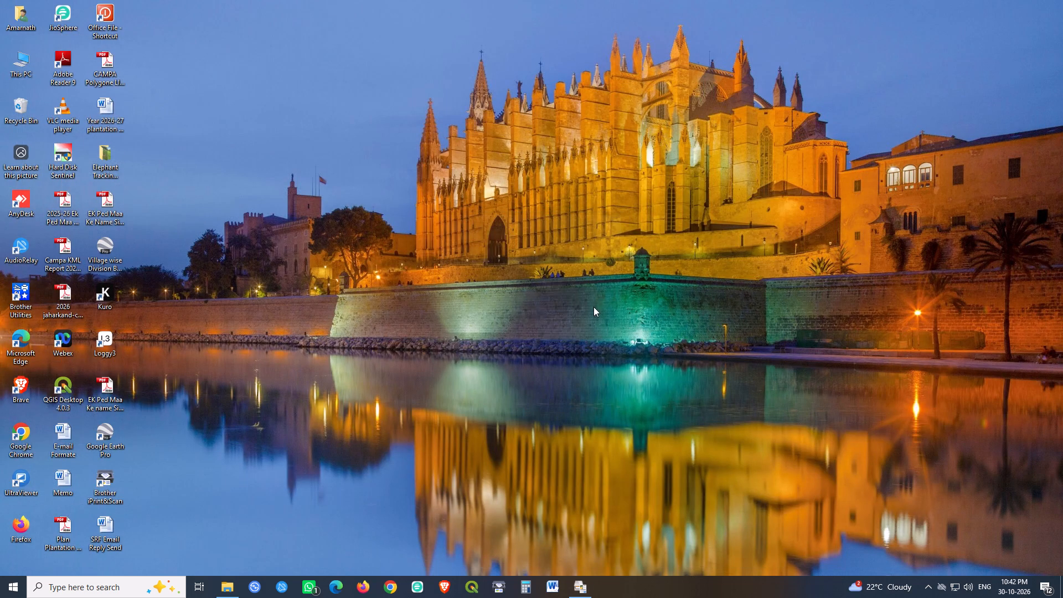
Switch to Google Chrome with the DFO, Garhwa South profile and open the bookmarked mgovcloud.in mail site.
{"action": "left_click", "coordinate": [389, 585]}
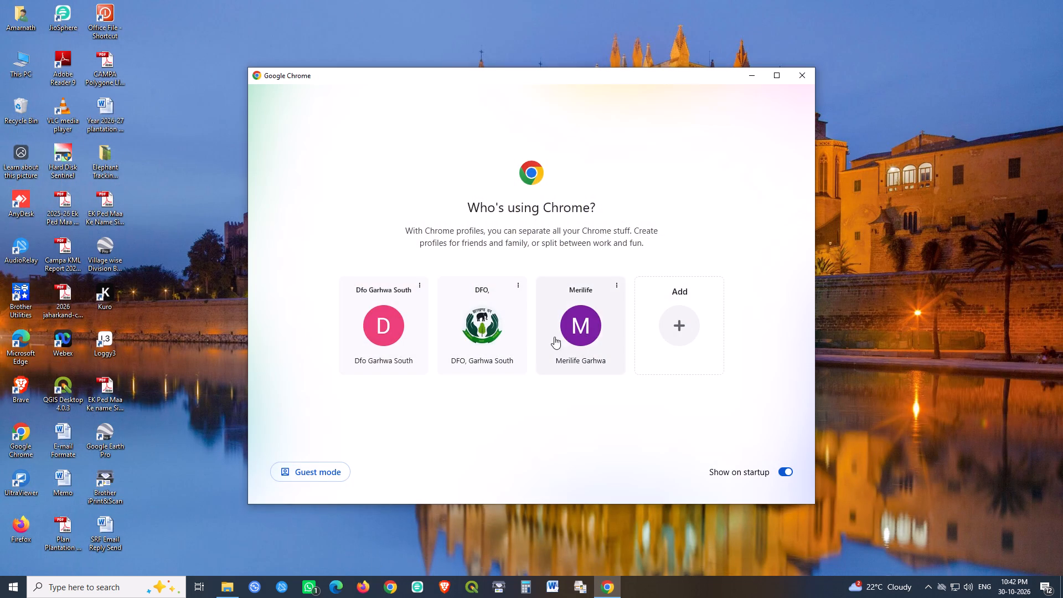
{"action": "left_click", "coordinate": [485, 339]}
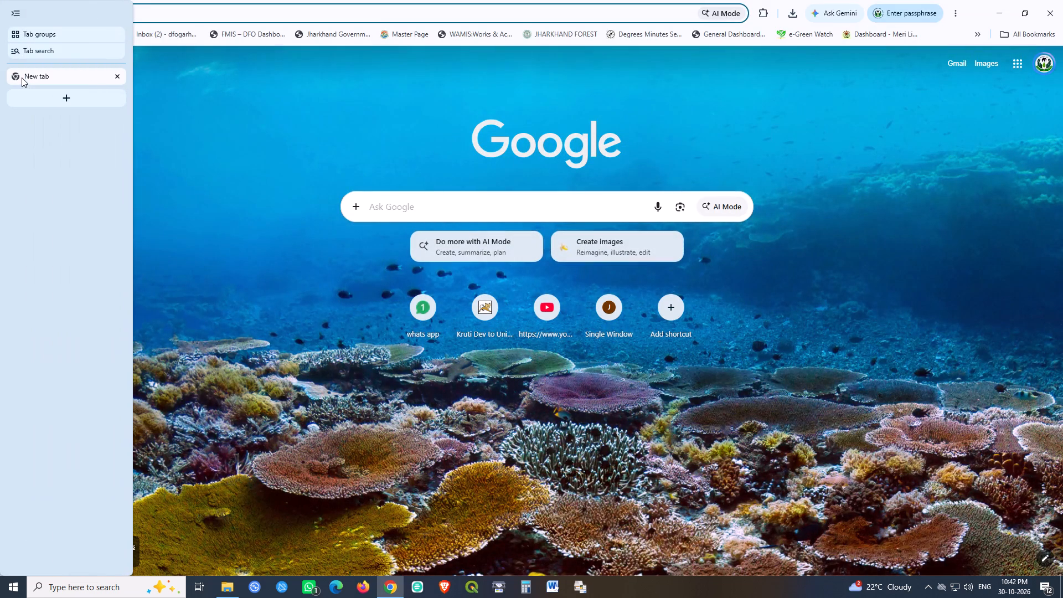
{"action": "left_click", "coordinate": [87, 36]}
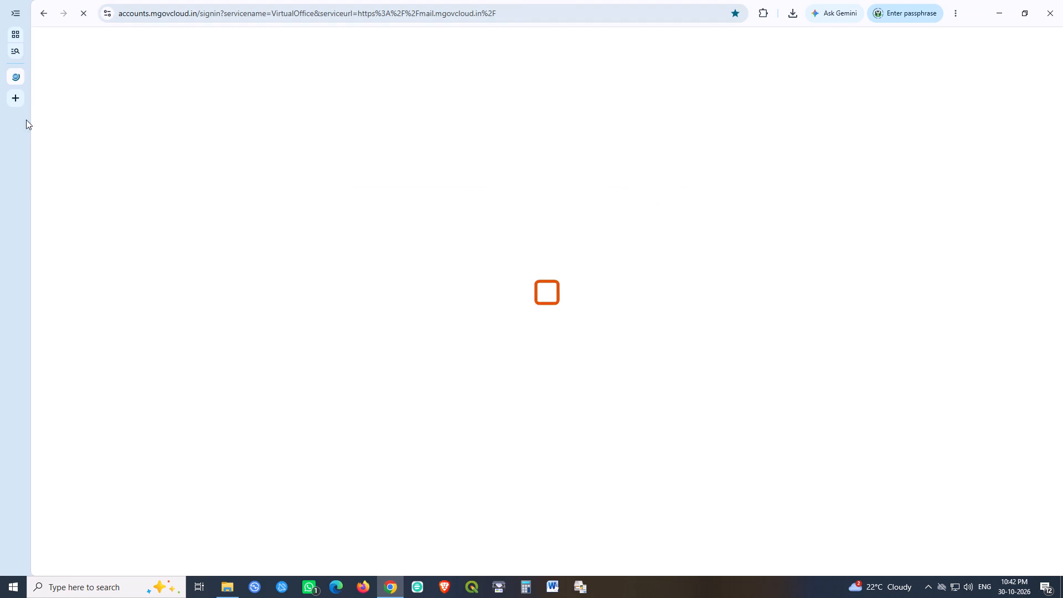
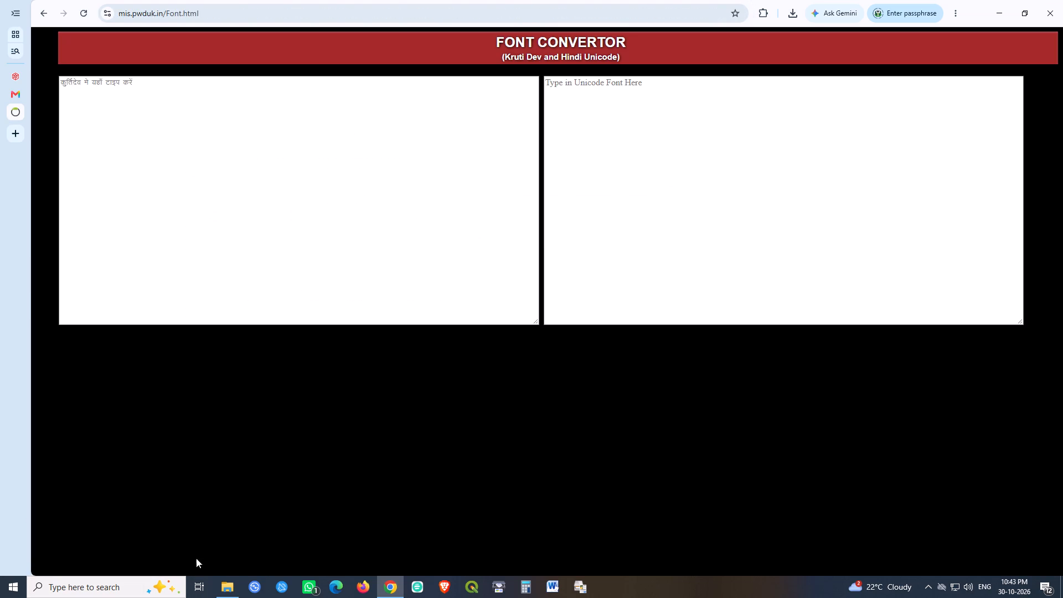
Open the CF Garhwa_ 04 Tiger Corridors letter from the Tiger Coridoors folder in Word and copy its full subject (विषय) text.
{"action": "left_click", "coordinate": [229, 591]}
{"action": "double_click", "coordinate": [171, 155]}
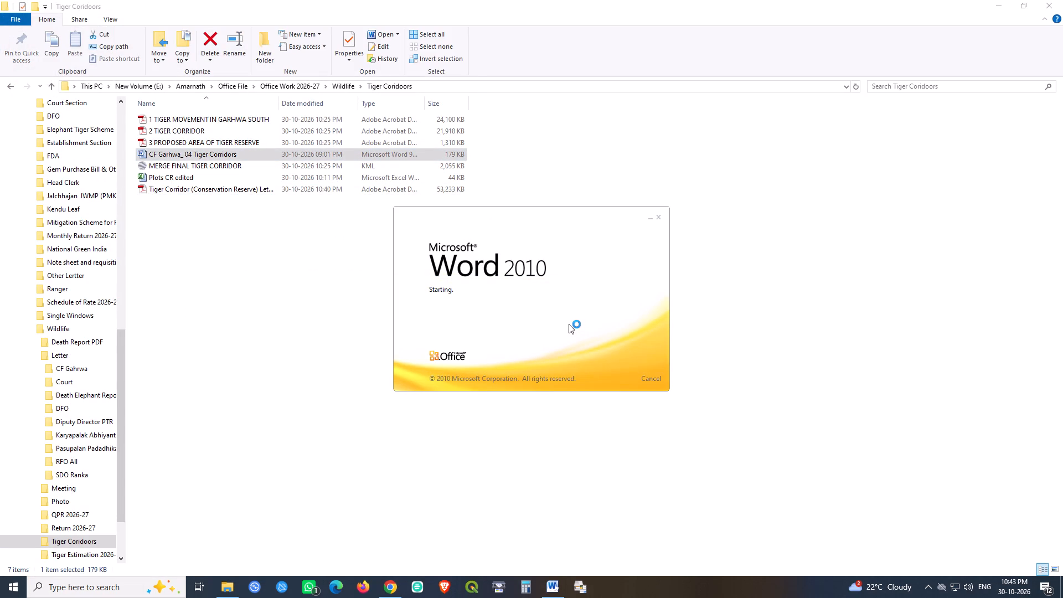
{"action": "left_click", "coordinate": [587, 399]}
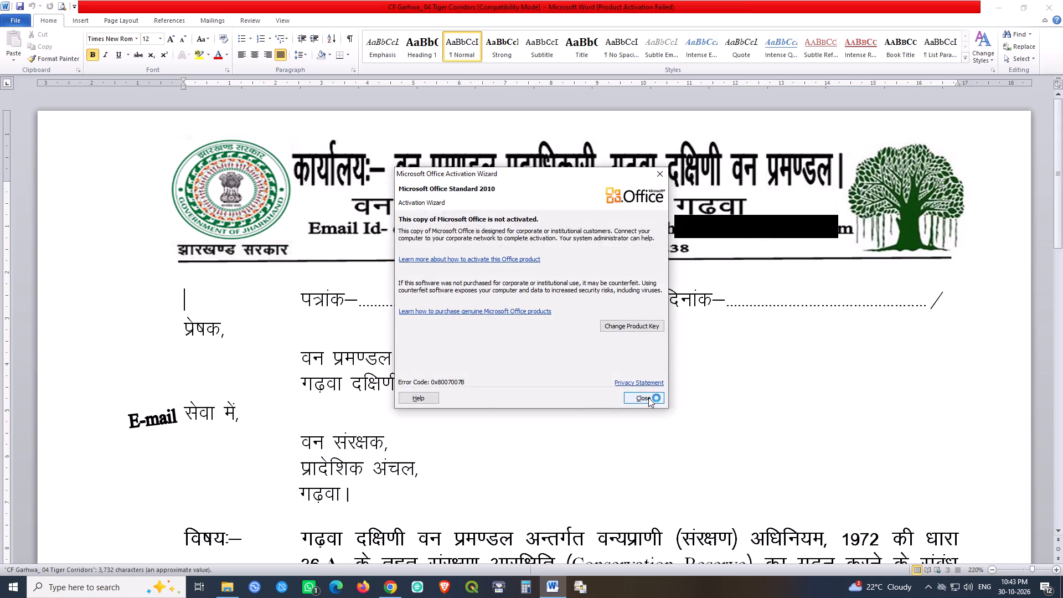
{"action": "left_click", "coordinate": [648, 398]}
{"action": "scroll", "coordinate": [569, 357], "scroll_direction": "down", "scroll_amount": 5}
{"action": "left_click_drag", "start_coordinate": [328, 298], "coordinate": [278, 235]}
{"action": "key", "text": "ctrl+c"}
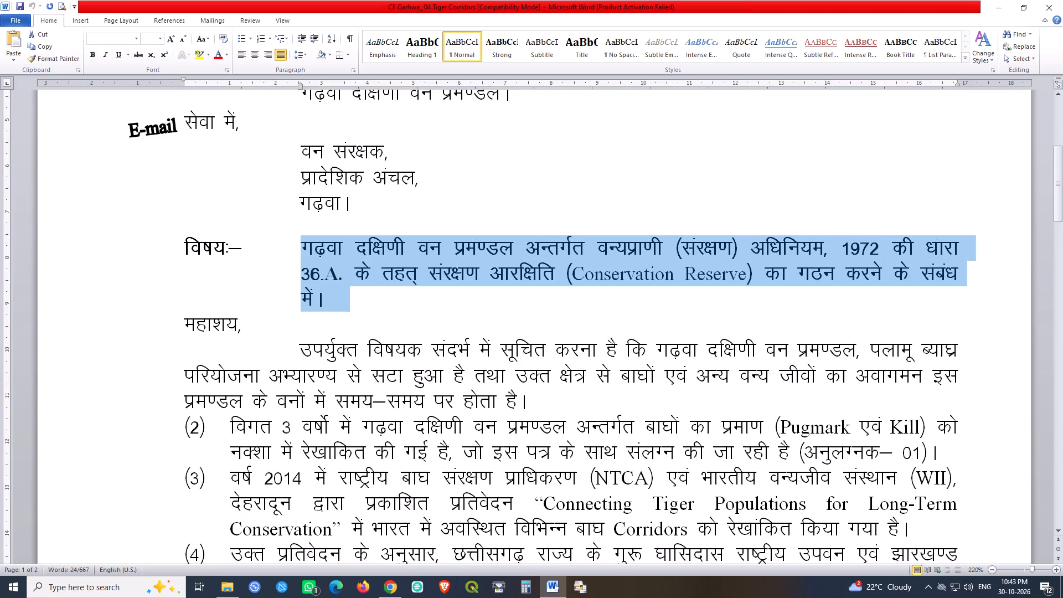
Switch to the Font Convertor page in Chrome and paste the copied subject as Kruti Dev text for conversion to Unicode.
{"action": "left_click", "coordinate": [382, 592]}
{"action": "left_click", "coordinate": [253, 169]}
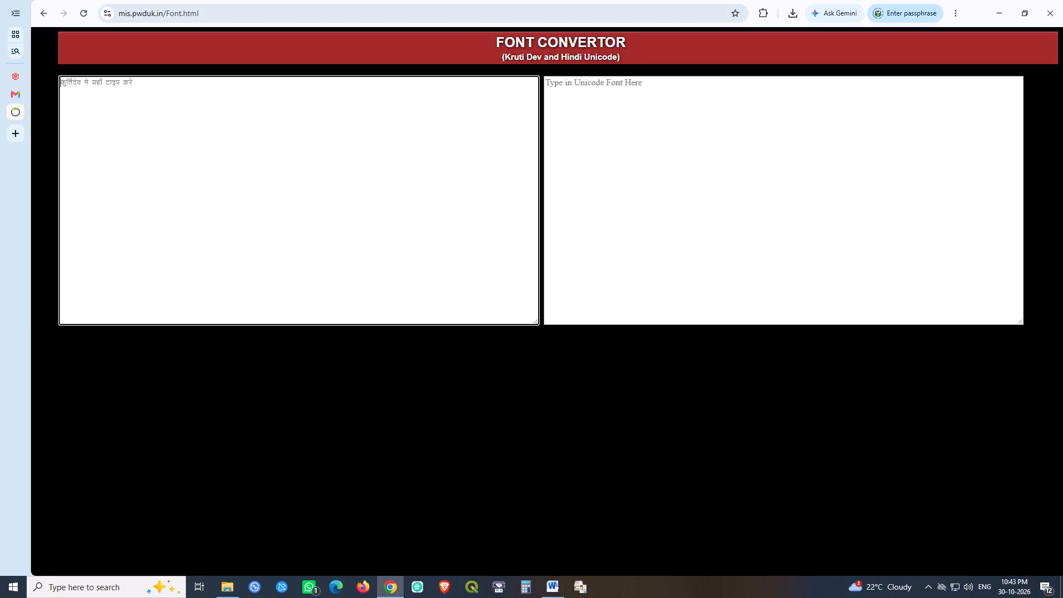
{"action": "key", "text": "ctrl+v"}
{"action": "left_click", "coordinate": [644, 176]}
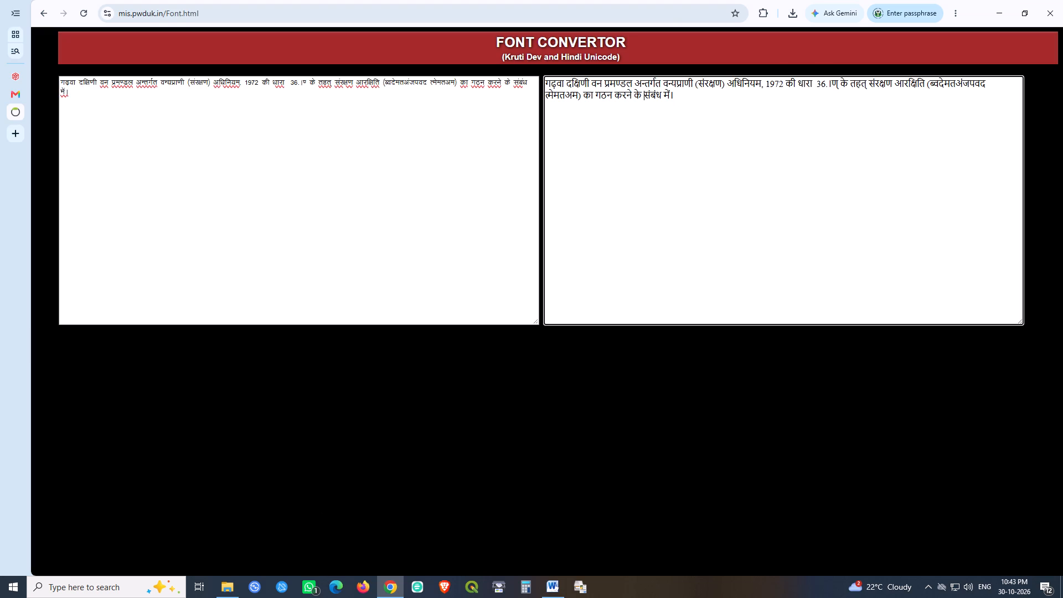
In the Unicode text, replace the garbled characters after "36." with "A." followed by a space.
{"action": "left_click_drag", "start_coordinate": [840, 89], "coordinate": [832, 85]}
{"action": "key", "text": "Left"}
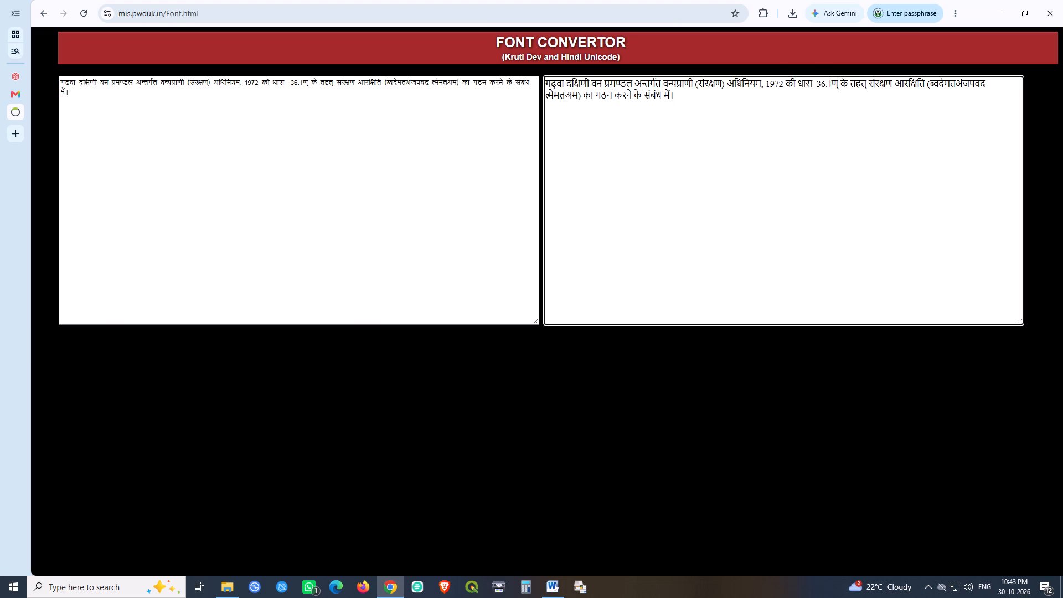
{"action": "key", "text": "Left"}
{"action": "key", "text": "Right"}
{"action": "key", "text": "Left"}
{"action": "key", "text": "shift+Right"}
{"action": "key", "text": "shift+Right"}
{"action": "key", "text": "shift+Right"}
{"action": "key", "text": "shift+a"}
{"action": "type", "text": "."}
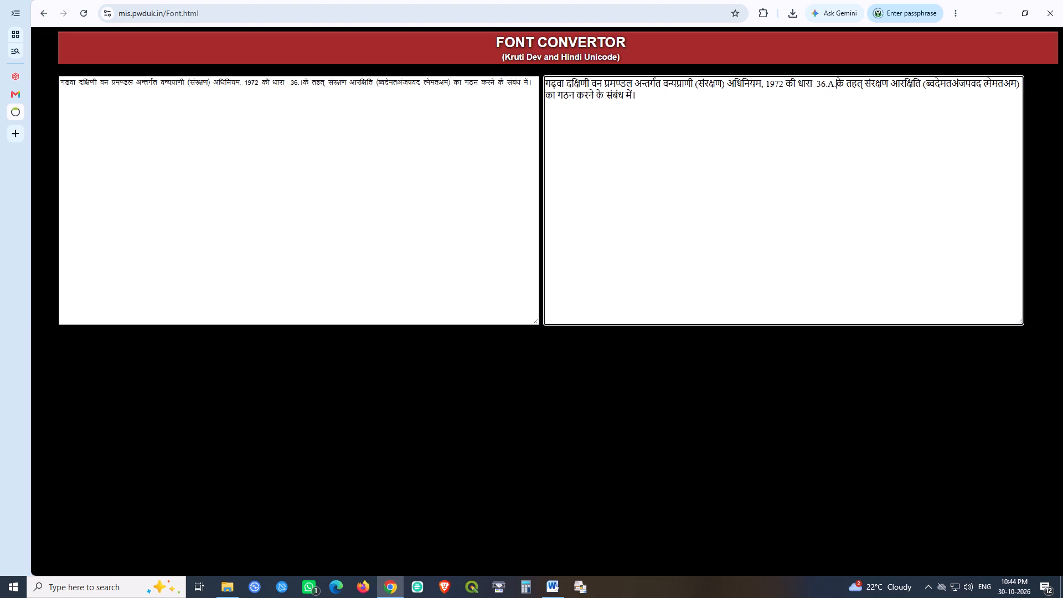
{"action": "key", "text": "space"}
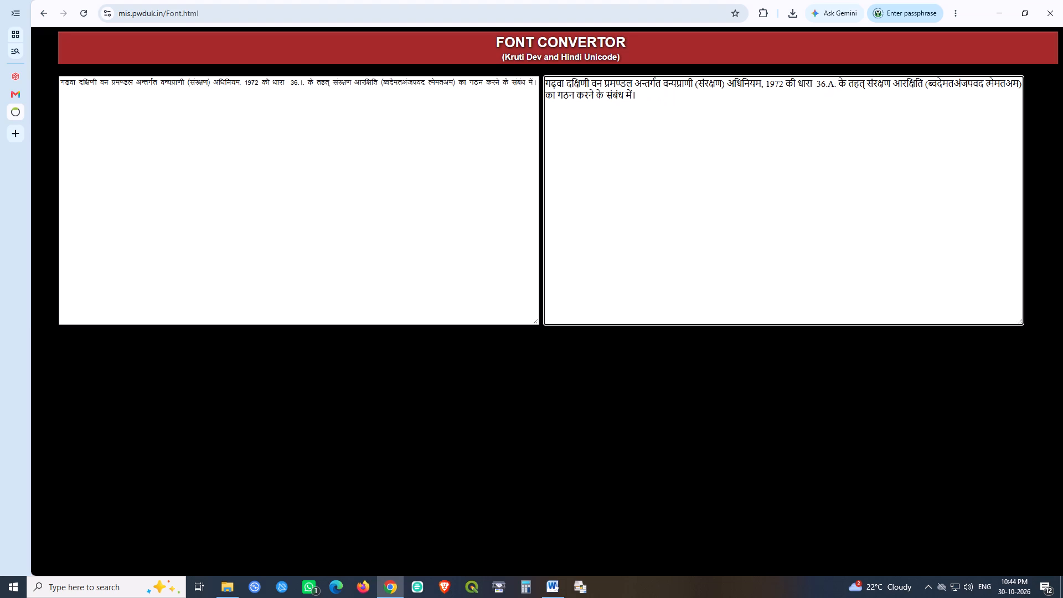
Replace the garbled bracketed words in the Unicode text with "Conservation Reserve" copied from the subject of the Word letter.
{"action": "left_click", "coordinate": [921, 87]}
{"action": "key", "text": "Right"}
{"action": "key", "text": "Right"}
{"action": "key", "text": "ctrl+shift+Right"}
{"action": "key", "text": "ctrl+shift+Right"}
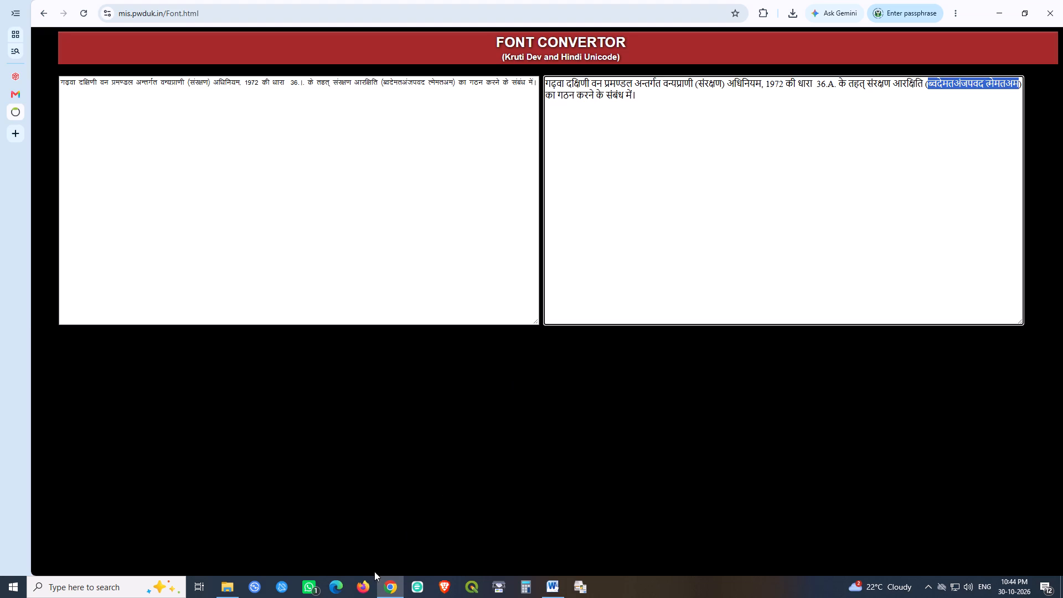
{"action": "left_click", "coordinate": [561, 595]}
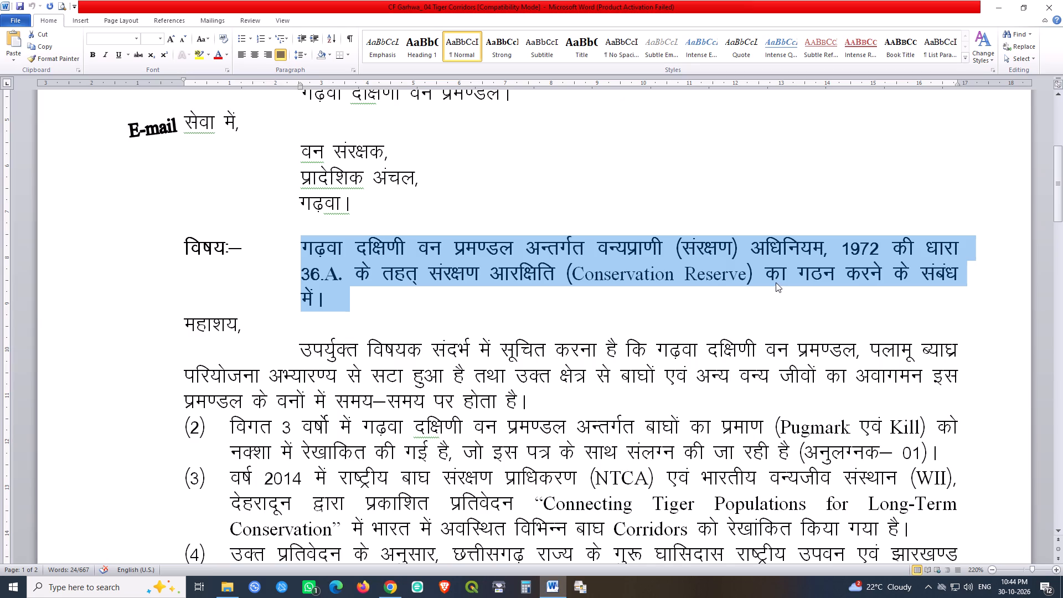
{"action": "left_click", "coordinate": [776, 282]}
{"action": "left_click_drag", "start_coordinate": [574, 276], "coordinate": [723, 280]}
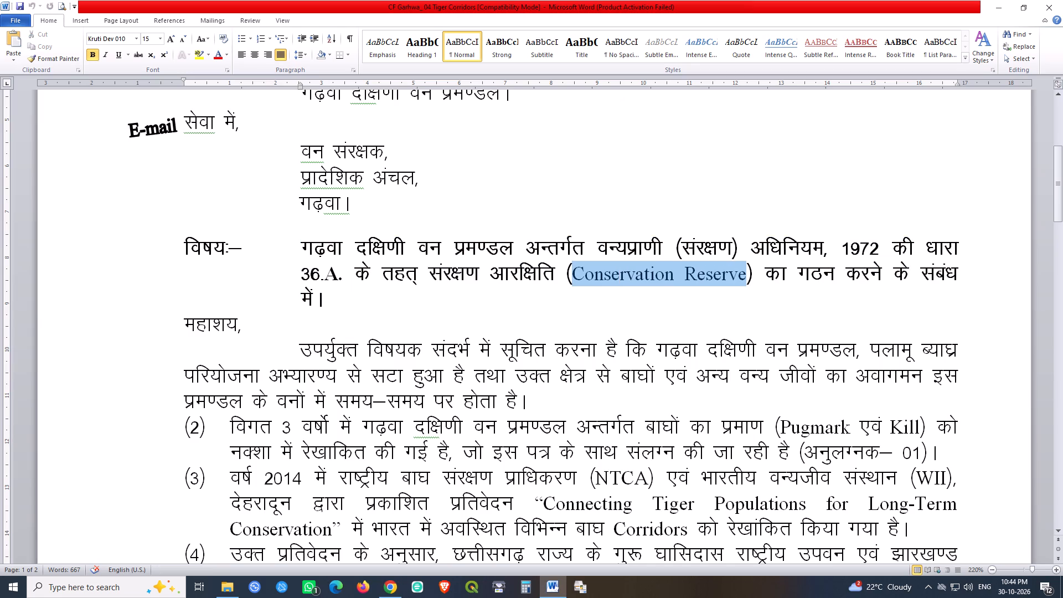
{"action": "left_click_drag", "start_coordinate": [723, 280], "coordinate": [735, 280]}
{"action": "key", "text": "ctrl+c"}
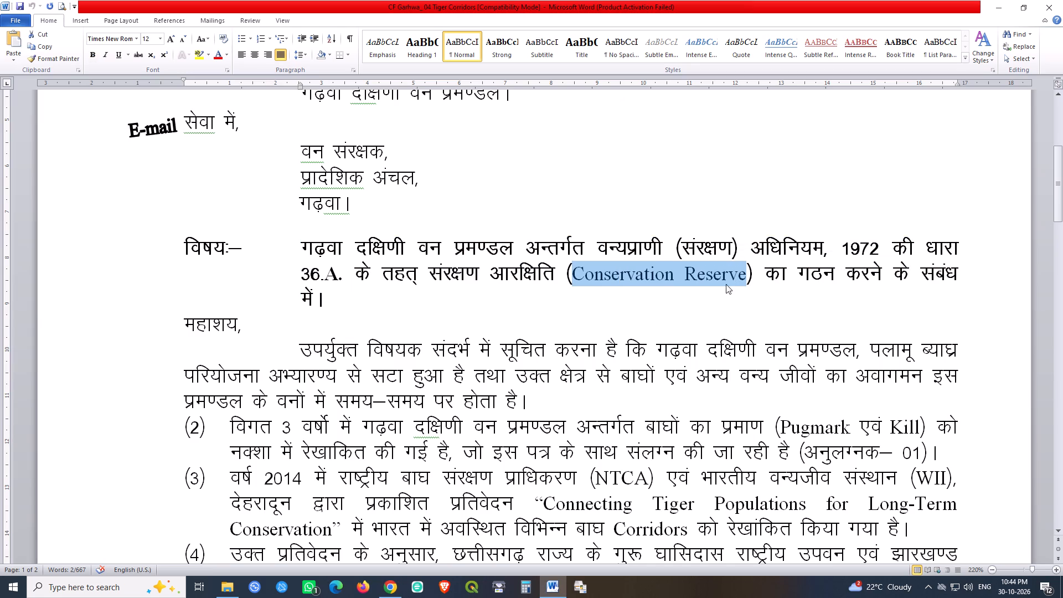
{"action": "left_click", "coordinate": [388, 594]}
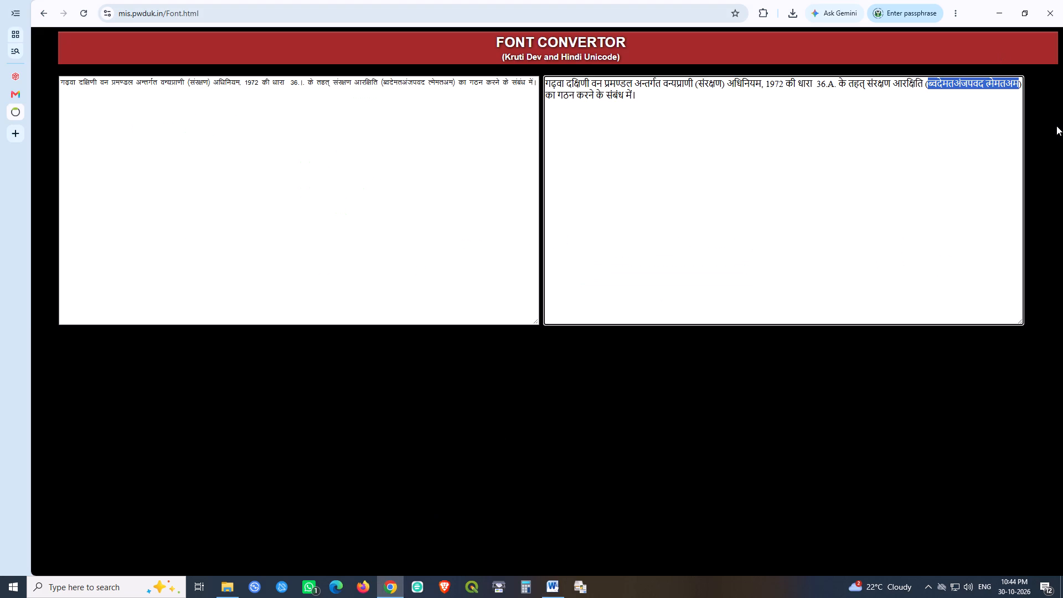
{"action": "key", "text": "ctrl+v"}
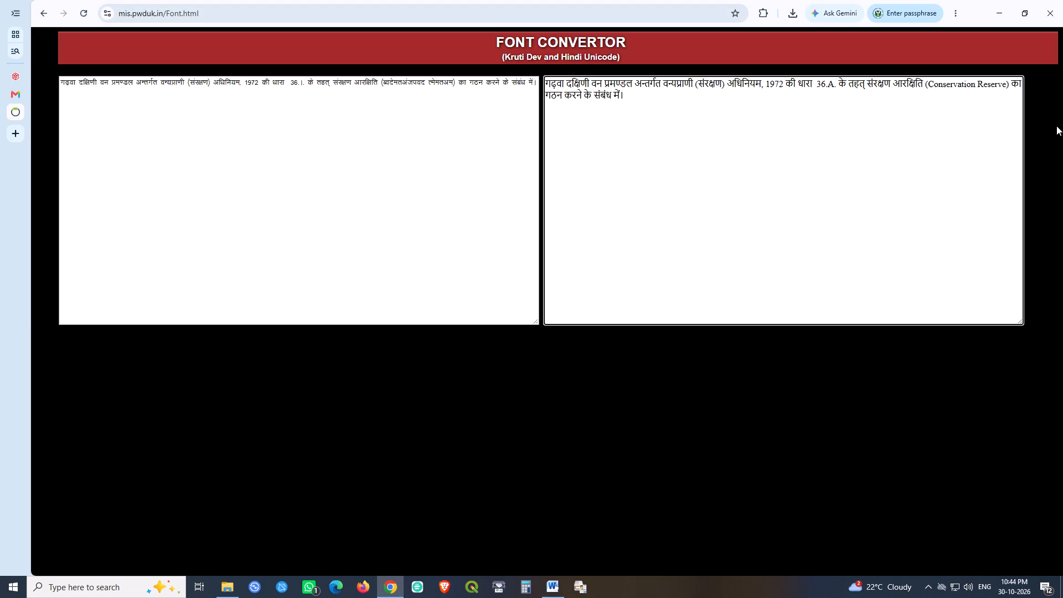
Copy the corrected subject line from the Unicode text.
{"action": "left_click", "coordinate": [646, 110]}
{"action": "left_click_drag", "start_coordinate": [631, 102], "coordinate": [530, 76]}
{"action": "key", "text": "ctrl+c"}
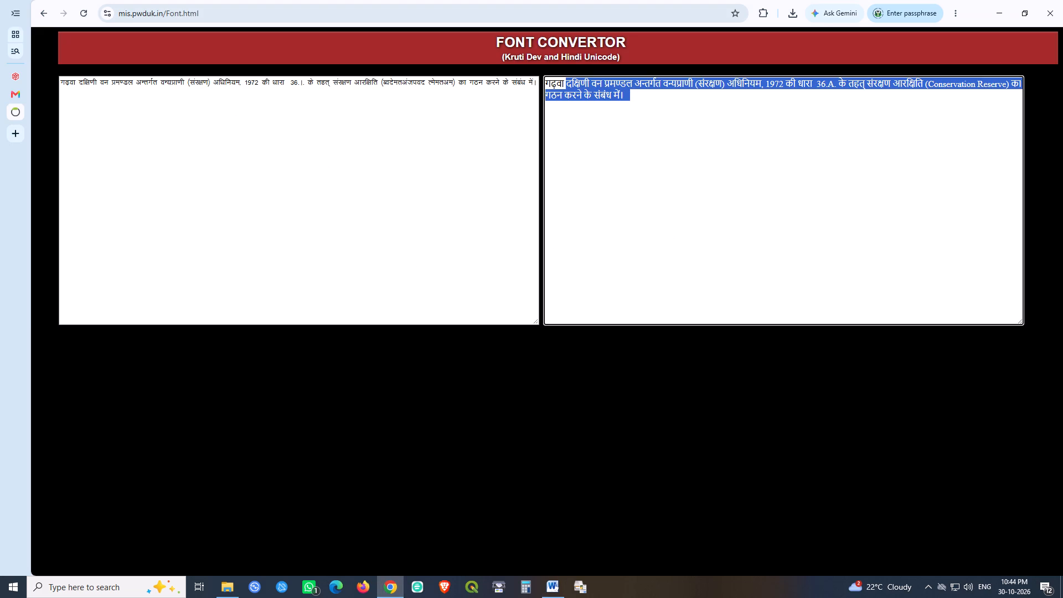
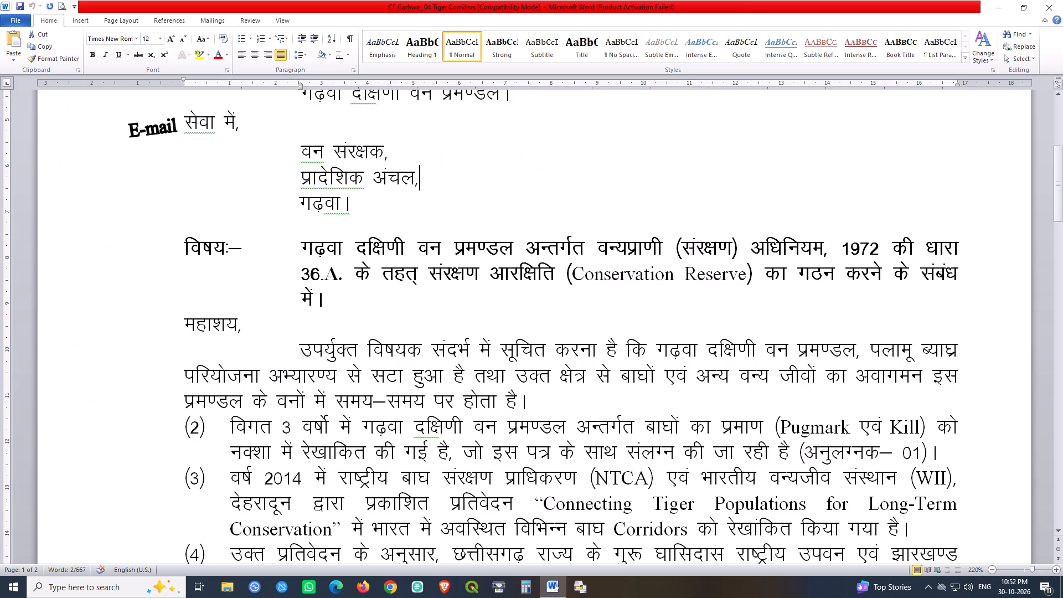
Close the "CF Garhwa_ 04 Tiger Corridors" letter document in Word.
{"action": "left_click", "coordinate": [1062, 0]}
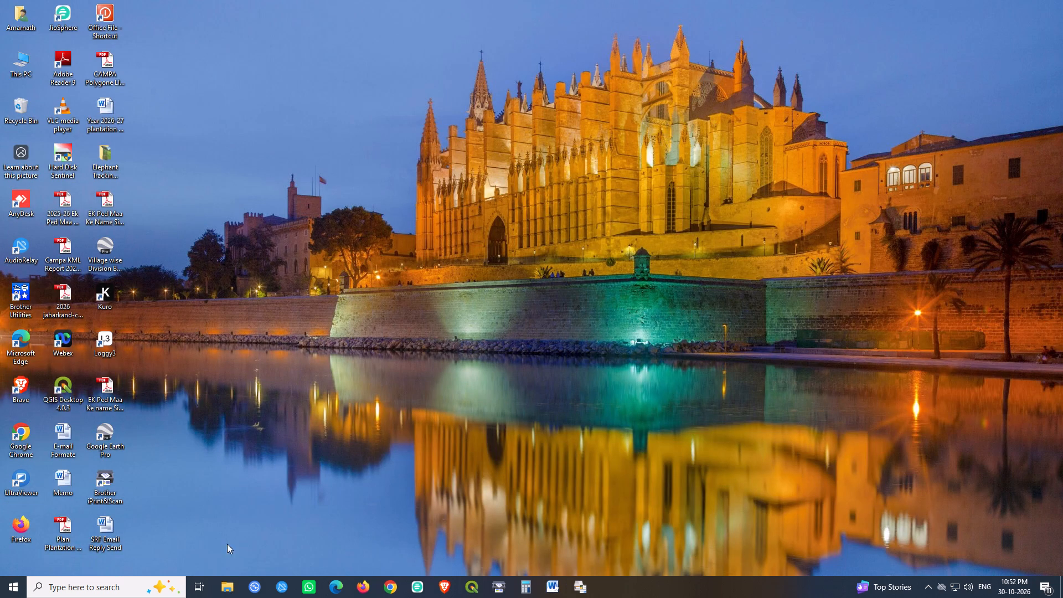
Show the hidden background-app icons in the Windows notification area.
{"action": "left_click", "coordinate": [926, 590]}
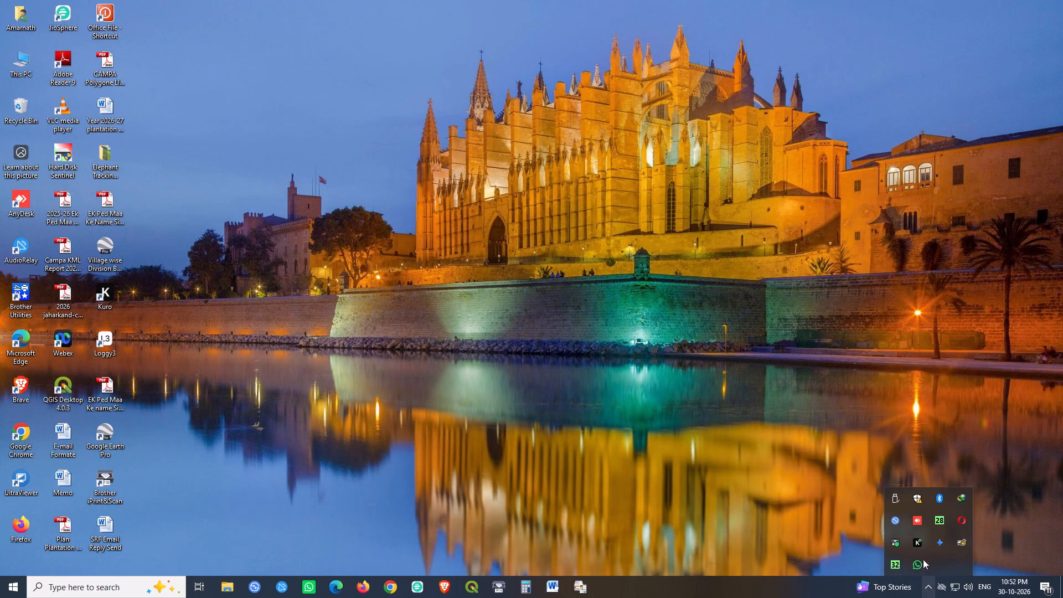